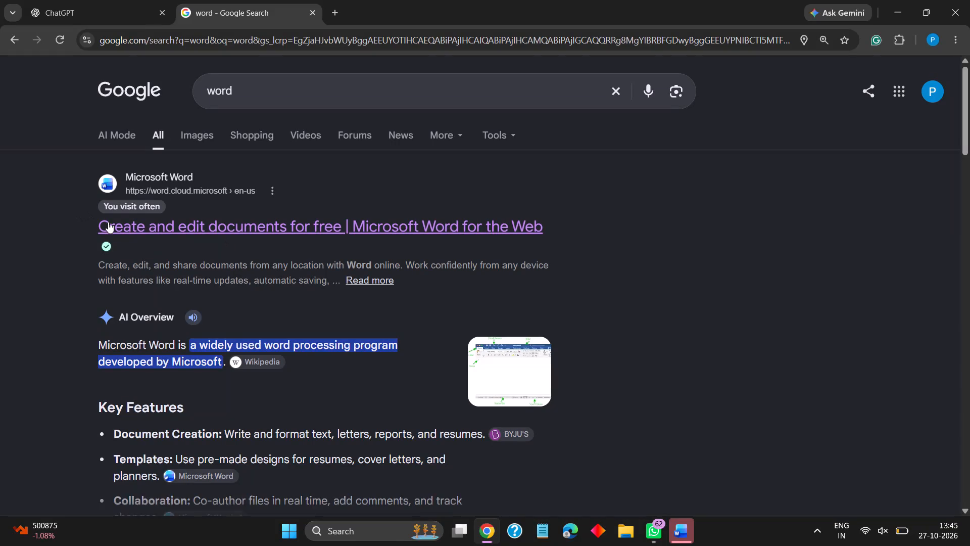
Open the "Create and edit documents for free | Microsoft Word for the Web" search result.
{"action": "double_click", "coordinate": [110, 221]}
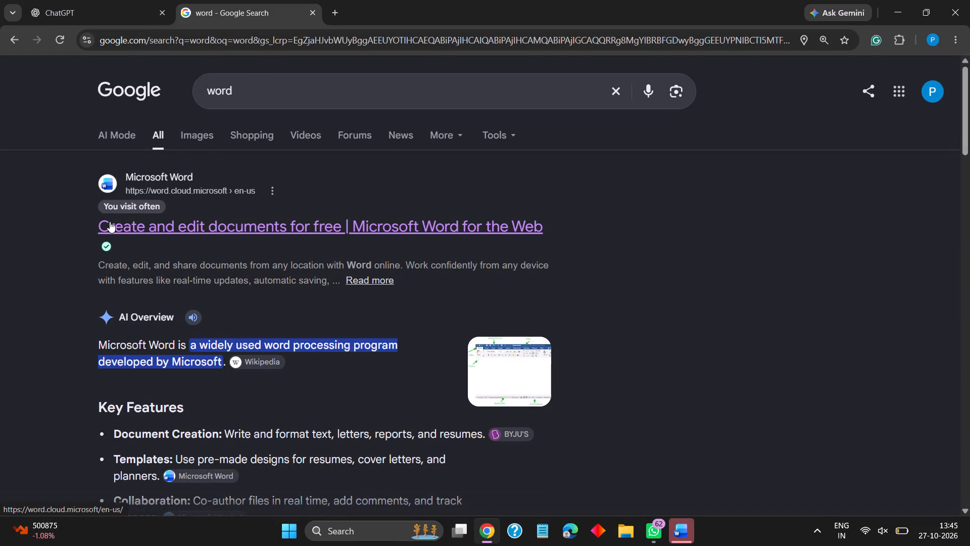
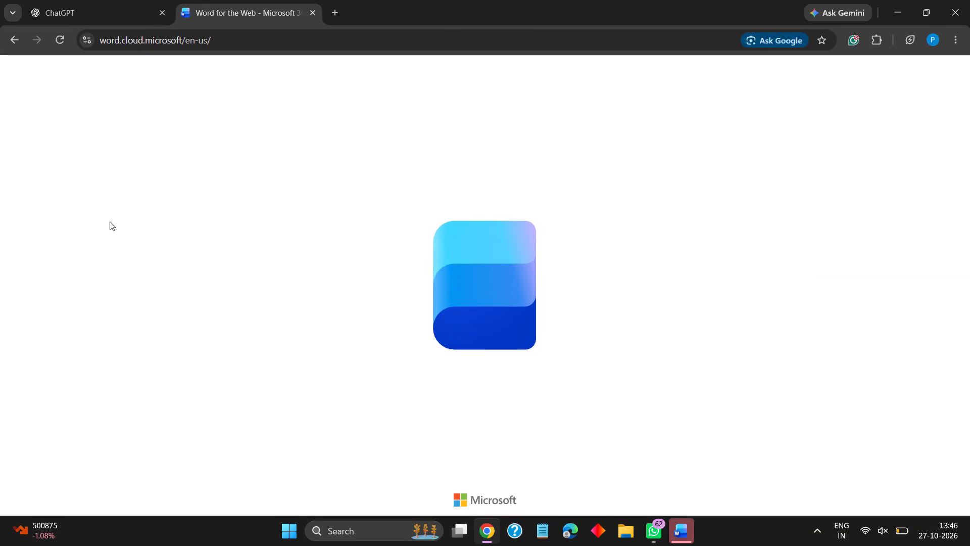
Start uploading a file to Word for the Web, bringing up the file picker at the Downloads folder.
{"action": "left_click", "coordinate": [110, 221]}
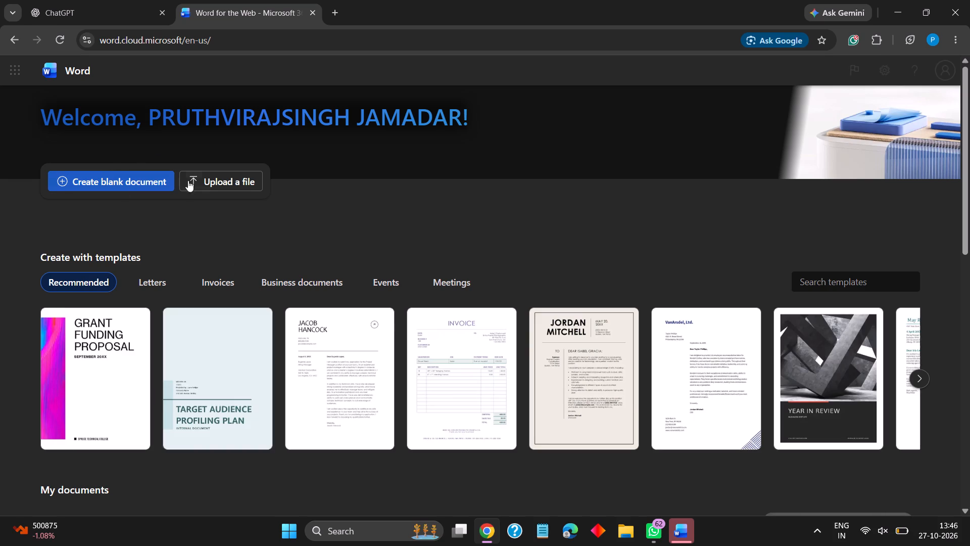
{"action": "left_click", "coordinate": [204, 175]}
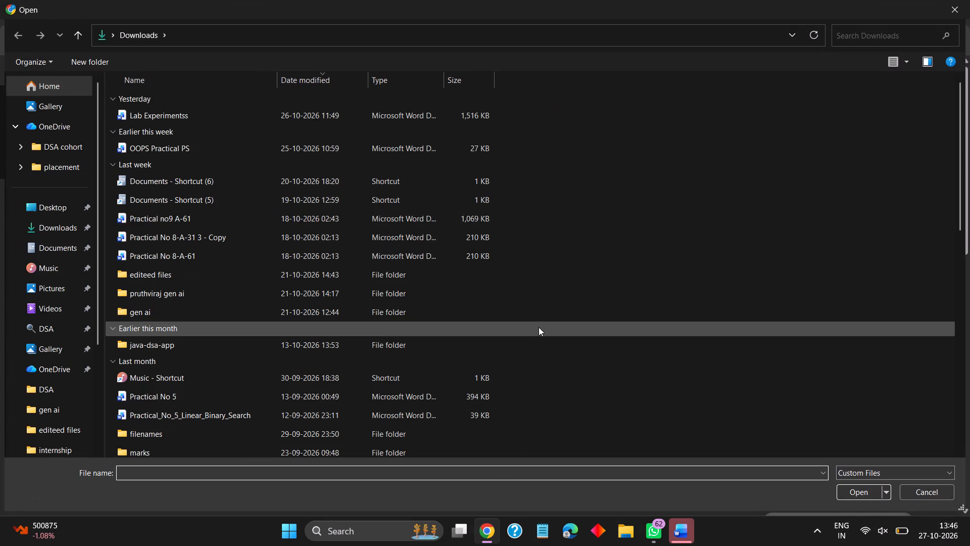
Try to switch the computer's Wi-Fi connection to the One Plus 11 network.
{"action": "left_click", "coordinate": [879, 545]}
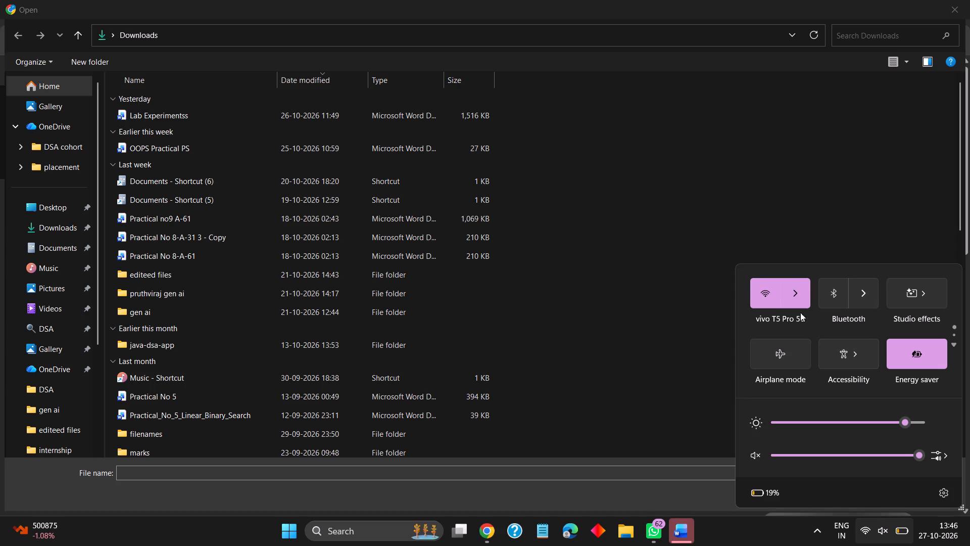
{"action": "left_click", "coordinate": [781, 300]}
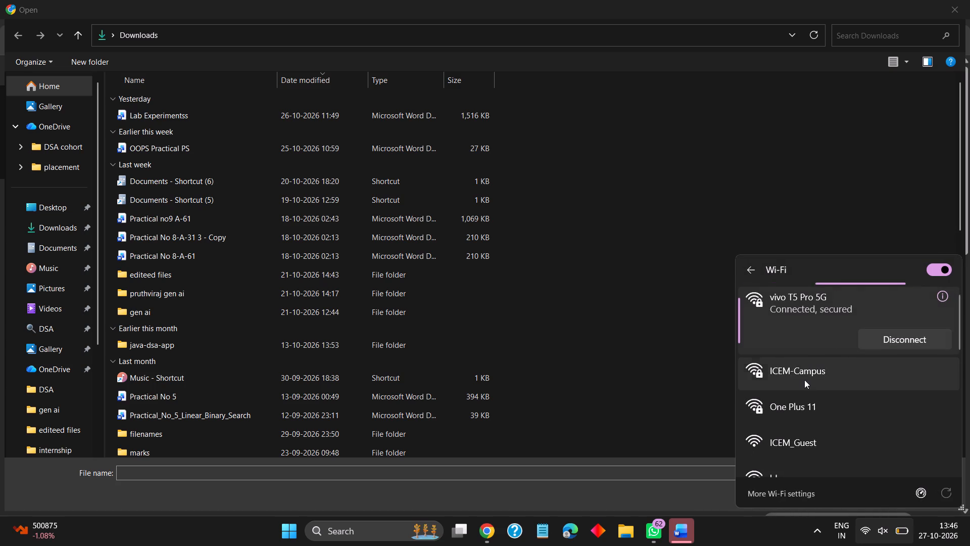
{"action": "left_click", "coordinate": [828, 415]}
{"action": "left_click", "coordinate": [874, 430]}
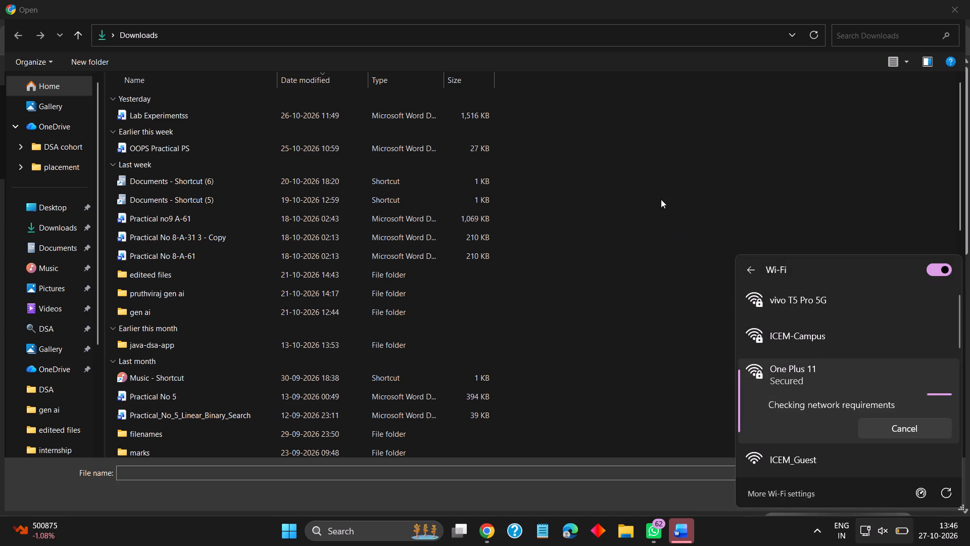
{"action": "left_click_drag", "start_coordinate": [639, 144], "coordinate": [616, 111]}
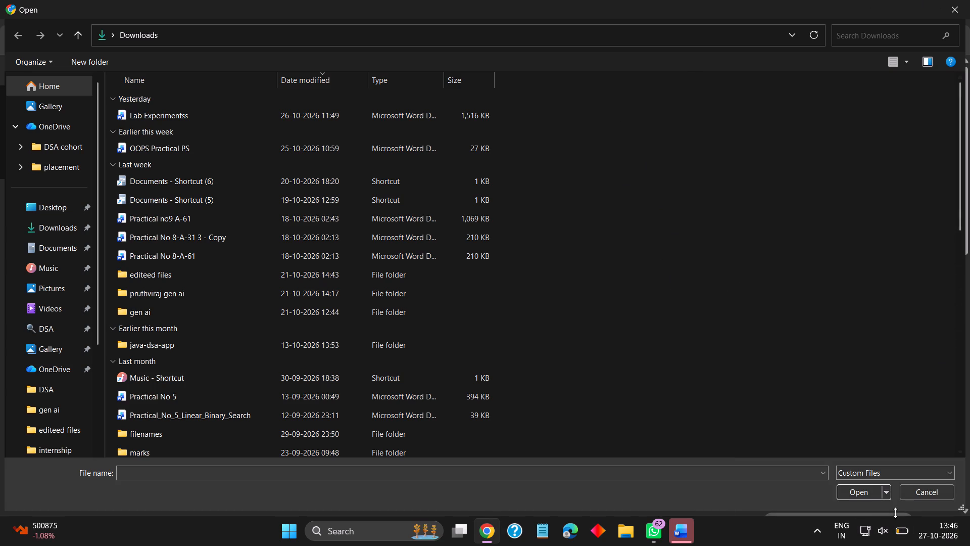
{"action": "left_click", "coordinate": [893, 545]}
Exit the Proton VPN app running in the background, disconnecting the VPN, and return to the file picker.
{"action": "right_click", "coordinate": [814, 534]}
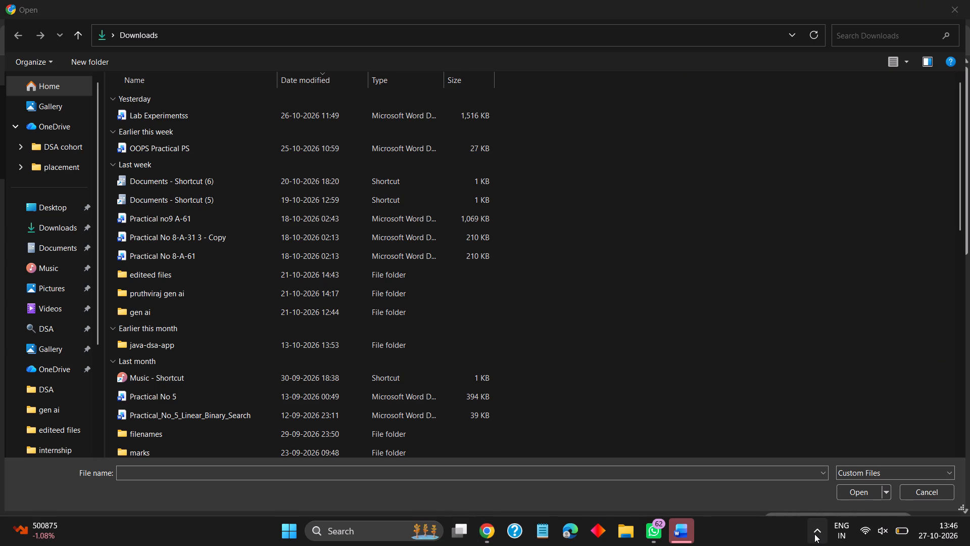
{"action": "left_click", "coordinate": [814, 534]}
{"action": "right_click", "coordinate": [766, 473]}
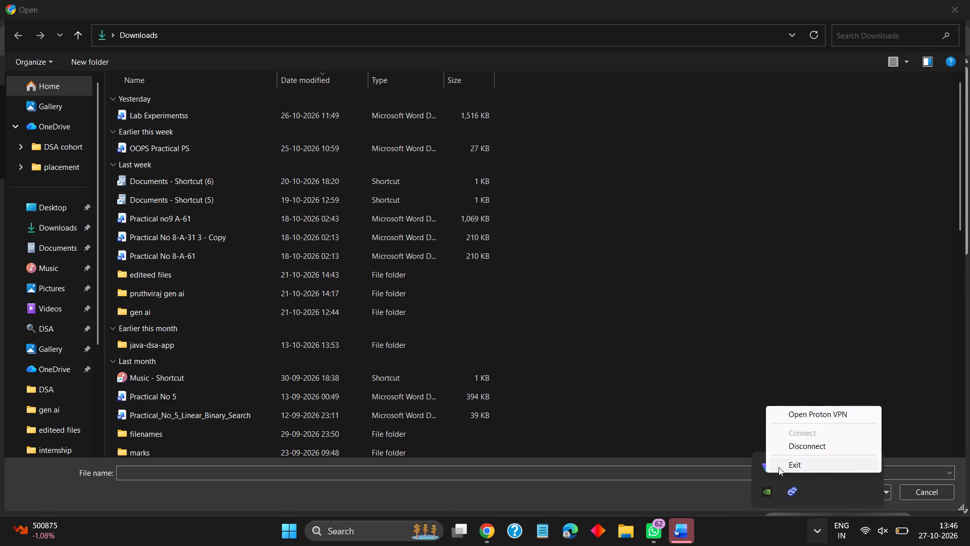
{"action": "left_click", "coordinate": [782, 470]}
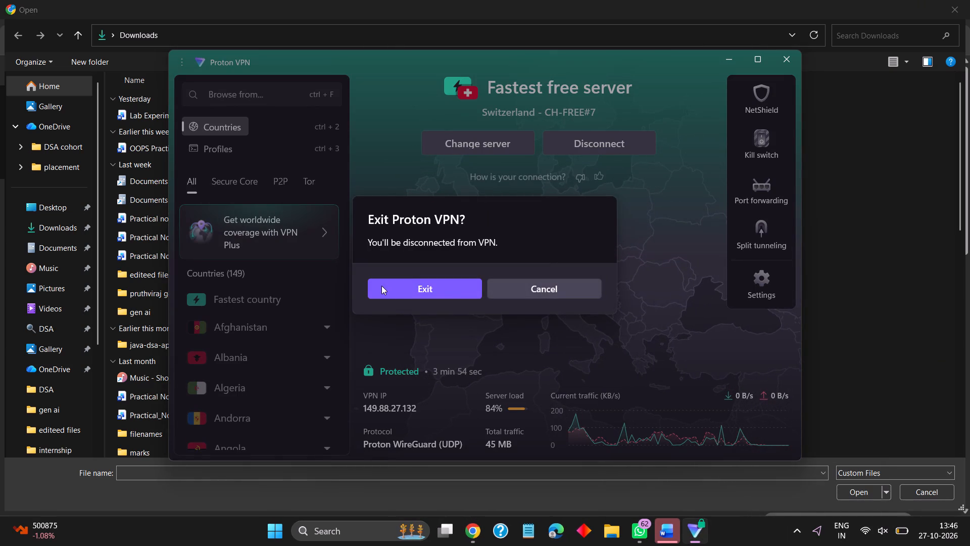
{"action": "left_click", "coordinate": [381, 286]}
{"action": "left_click", "coordinate": [876, 518]}
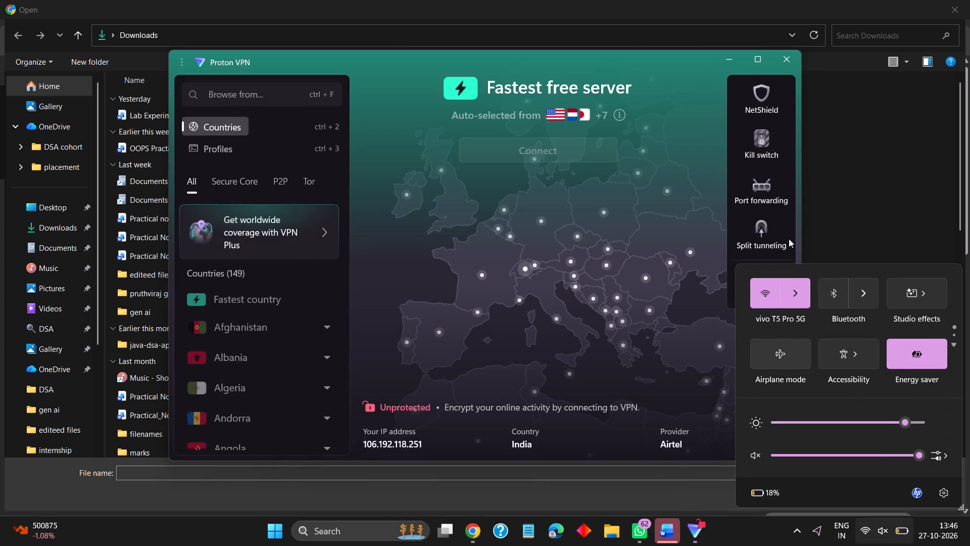
{"action": "left_click", "coordinate": [657, 163]}
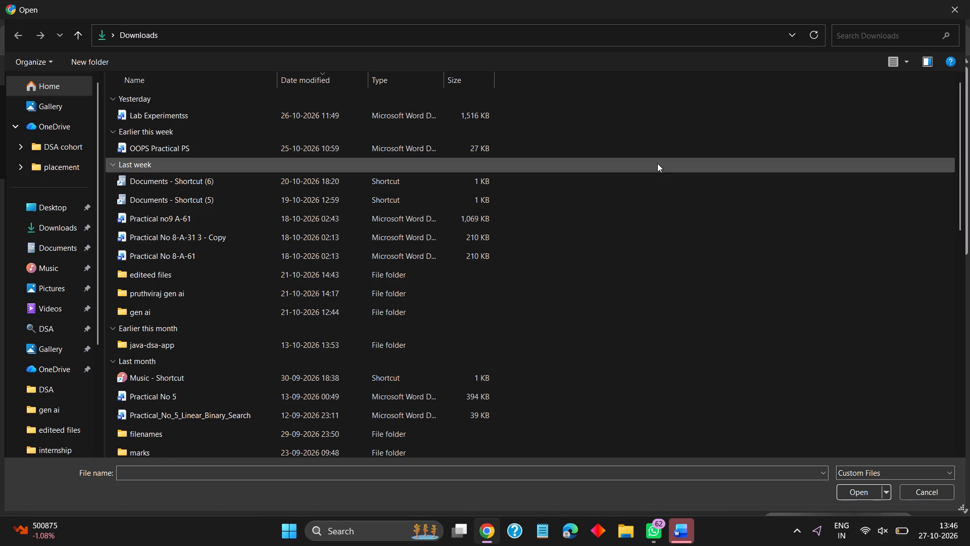
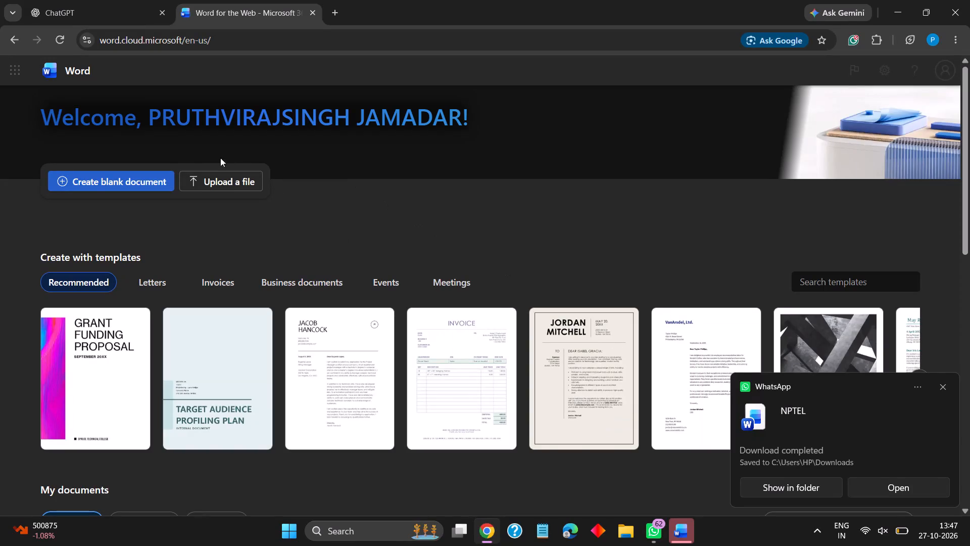
Upload the NPTEL document from the Downloads folder to Word for the Web.
{"action": "left_click", "coordinate": [199, 182]}
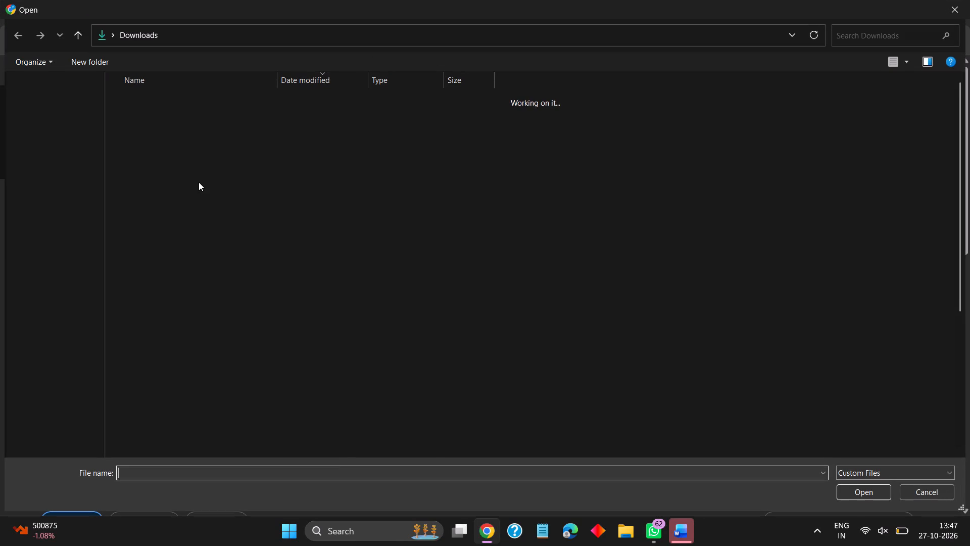
{"action": "double_click", "coordinate": [197, 120]}
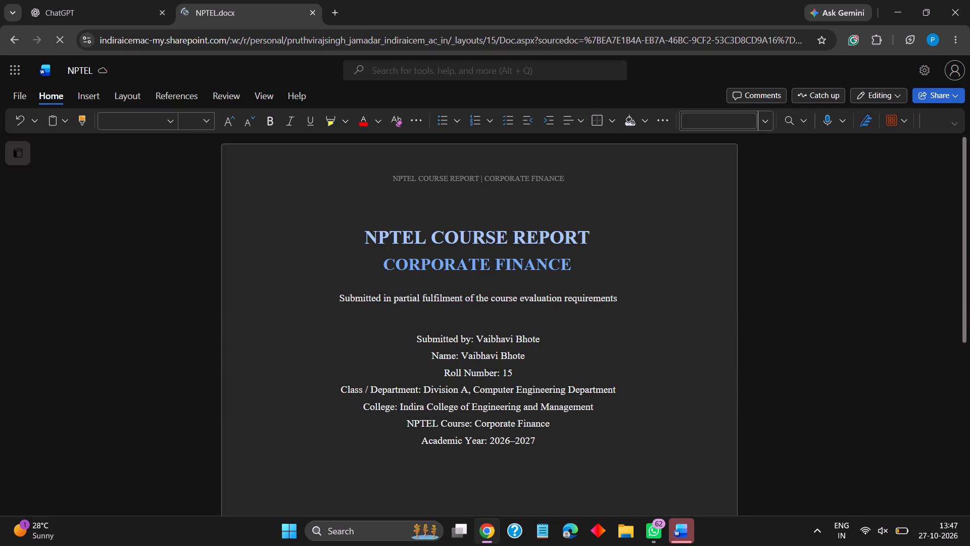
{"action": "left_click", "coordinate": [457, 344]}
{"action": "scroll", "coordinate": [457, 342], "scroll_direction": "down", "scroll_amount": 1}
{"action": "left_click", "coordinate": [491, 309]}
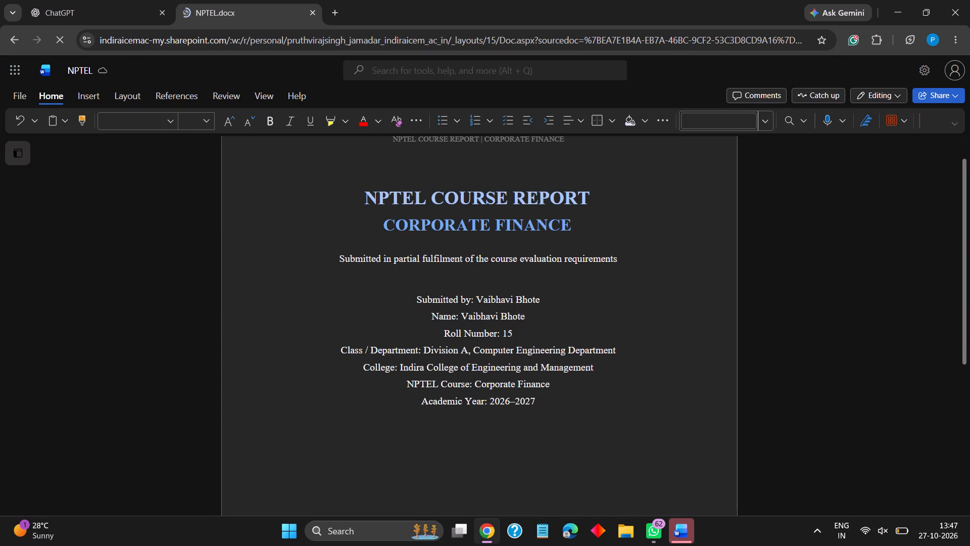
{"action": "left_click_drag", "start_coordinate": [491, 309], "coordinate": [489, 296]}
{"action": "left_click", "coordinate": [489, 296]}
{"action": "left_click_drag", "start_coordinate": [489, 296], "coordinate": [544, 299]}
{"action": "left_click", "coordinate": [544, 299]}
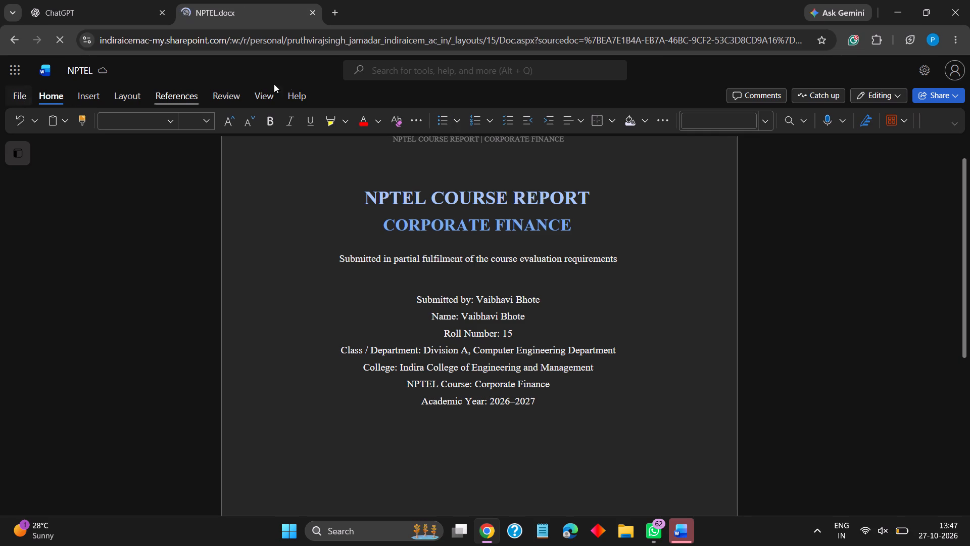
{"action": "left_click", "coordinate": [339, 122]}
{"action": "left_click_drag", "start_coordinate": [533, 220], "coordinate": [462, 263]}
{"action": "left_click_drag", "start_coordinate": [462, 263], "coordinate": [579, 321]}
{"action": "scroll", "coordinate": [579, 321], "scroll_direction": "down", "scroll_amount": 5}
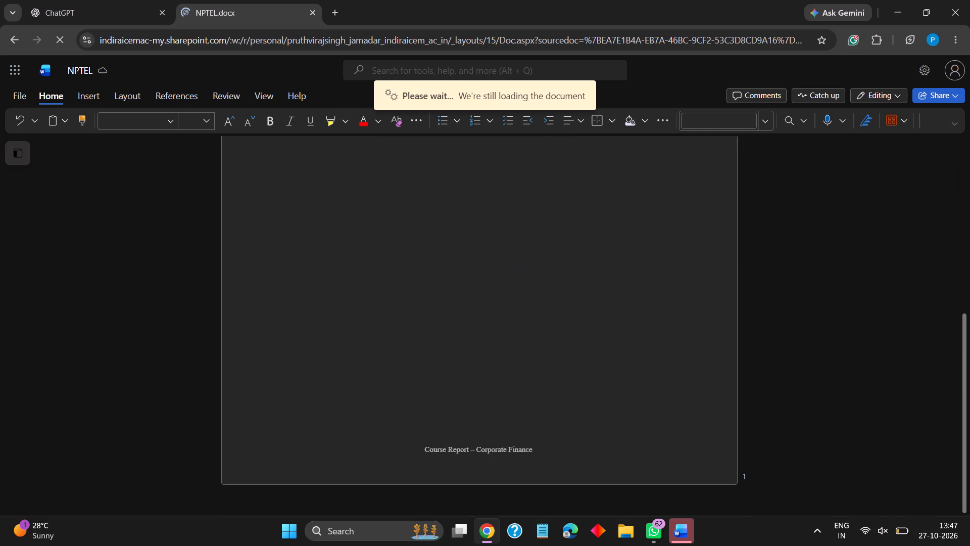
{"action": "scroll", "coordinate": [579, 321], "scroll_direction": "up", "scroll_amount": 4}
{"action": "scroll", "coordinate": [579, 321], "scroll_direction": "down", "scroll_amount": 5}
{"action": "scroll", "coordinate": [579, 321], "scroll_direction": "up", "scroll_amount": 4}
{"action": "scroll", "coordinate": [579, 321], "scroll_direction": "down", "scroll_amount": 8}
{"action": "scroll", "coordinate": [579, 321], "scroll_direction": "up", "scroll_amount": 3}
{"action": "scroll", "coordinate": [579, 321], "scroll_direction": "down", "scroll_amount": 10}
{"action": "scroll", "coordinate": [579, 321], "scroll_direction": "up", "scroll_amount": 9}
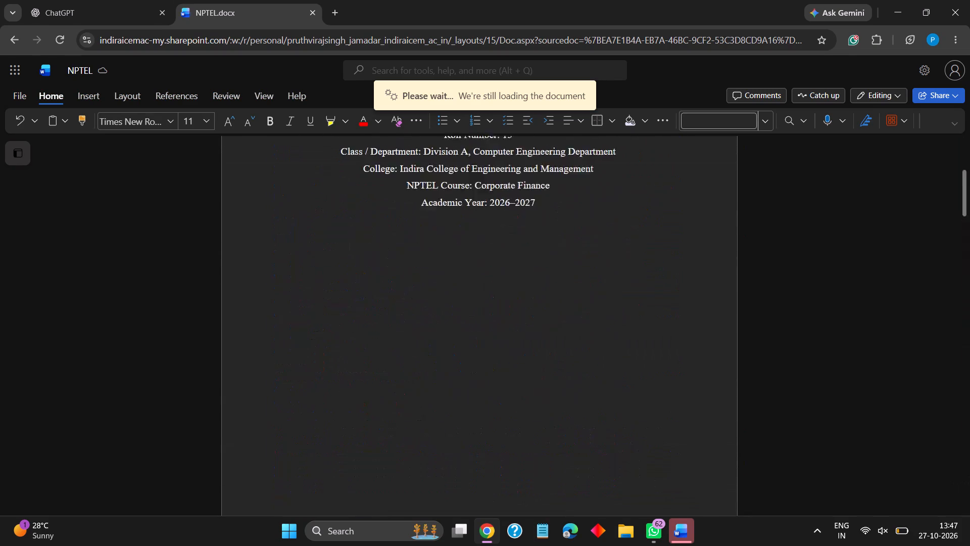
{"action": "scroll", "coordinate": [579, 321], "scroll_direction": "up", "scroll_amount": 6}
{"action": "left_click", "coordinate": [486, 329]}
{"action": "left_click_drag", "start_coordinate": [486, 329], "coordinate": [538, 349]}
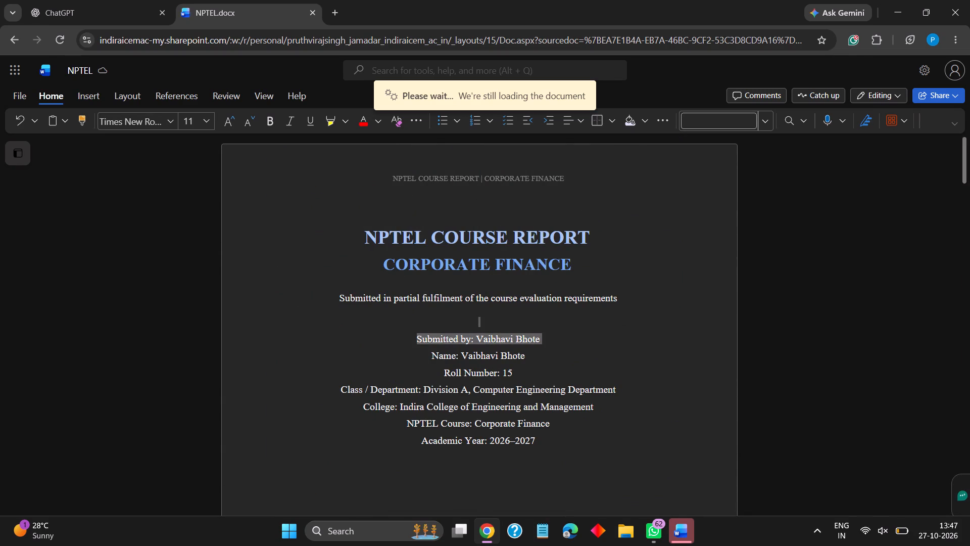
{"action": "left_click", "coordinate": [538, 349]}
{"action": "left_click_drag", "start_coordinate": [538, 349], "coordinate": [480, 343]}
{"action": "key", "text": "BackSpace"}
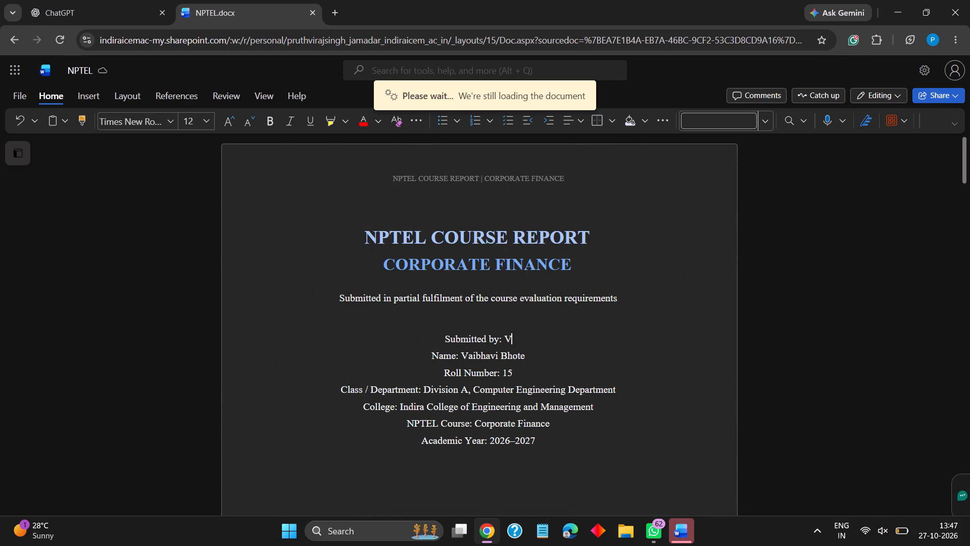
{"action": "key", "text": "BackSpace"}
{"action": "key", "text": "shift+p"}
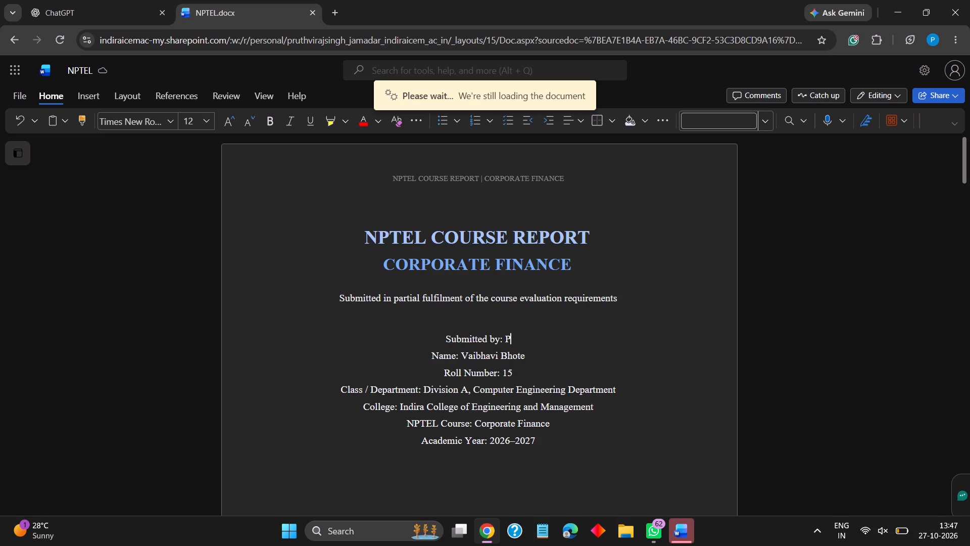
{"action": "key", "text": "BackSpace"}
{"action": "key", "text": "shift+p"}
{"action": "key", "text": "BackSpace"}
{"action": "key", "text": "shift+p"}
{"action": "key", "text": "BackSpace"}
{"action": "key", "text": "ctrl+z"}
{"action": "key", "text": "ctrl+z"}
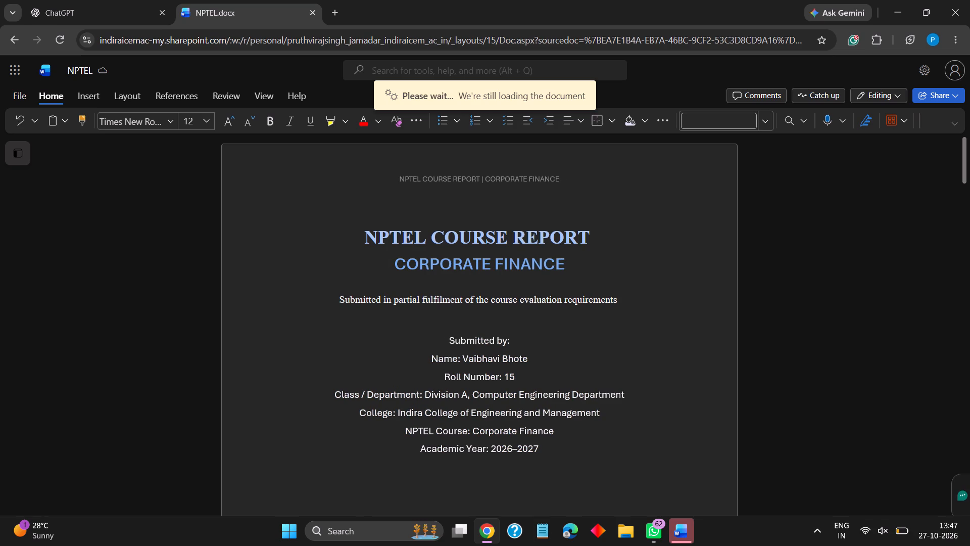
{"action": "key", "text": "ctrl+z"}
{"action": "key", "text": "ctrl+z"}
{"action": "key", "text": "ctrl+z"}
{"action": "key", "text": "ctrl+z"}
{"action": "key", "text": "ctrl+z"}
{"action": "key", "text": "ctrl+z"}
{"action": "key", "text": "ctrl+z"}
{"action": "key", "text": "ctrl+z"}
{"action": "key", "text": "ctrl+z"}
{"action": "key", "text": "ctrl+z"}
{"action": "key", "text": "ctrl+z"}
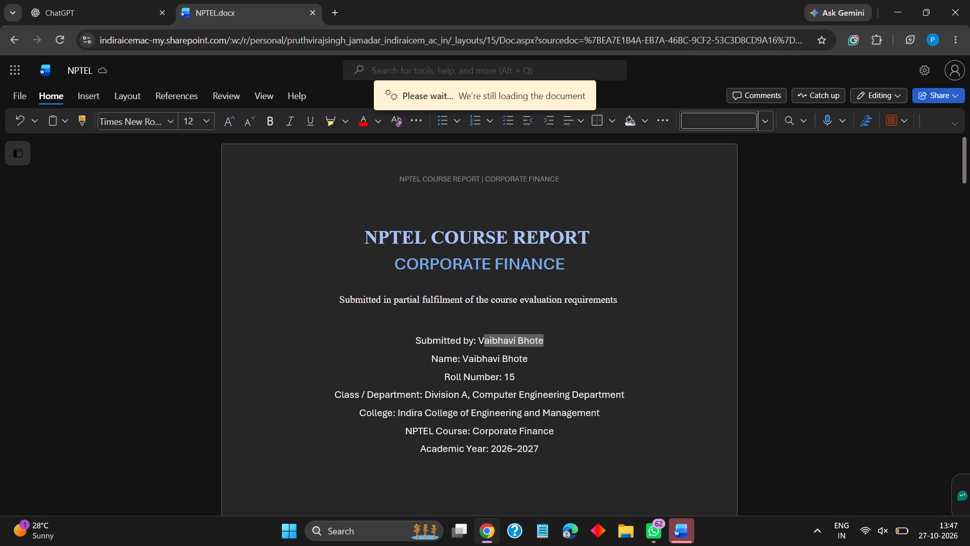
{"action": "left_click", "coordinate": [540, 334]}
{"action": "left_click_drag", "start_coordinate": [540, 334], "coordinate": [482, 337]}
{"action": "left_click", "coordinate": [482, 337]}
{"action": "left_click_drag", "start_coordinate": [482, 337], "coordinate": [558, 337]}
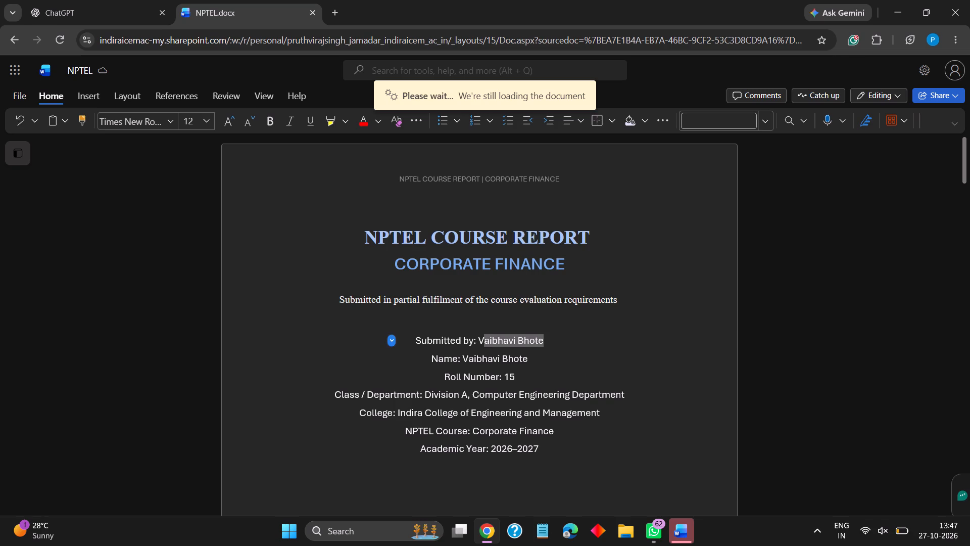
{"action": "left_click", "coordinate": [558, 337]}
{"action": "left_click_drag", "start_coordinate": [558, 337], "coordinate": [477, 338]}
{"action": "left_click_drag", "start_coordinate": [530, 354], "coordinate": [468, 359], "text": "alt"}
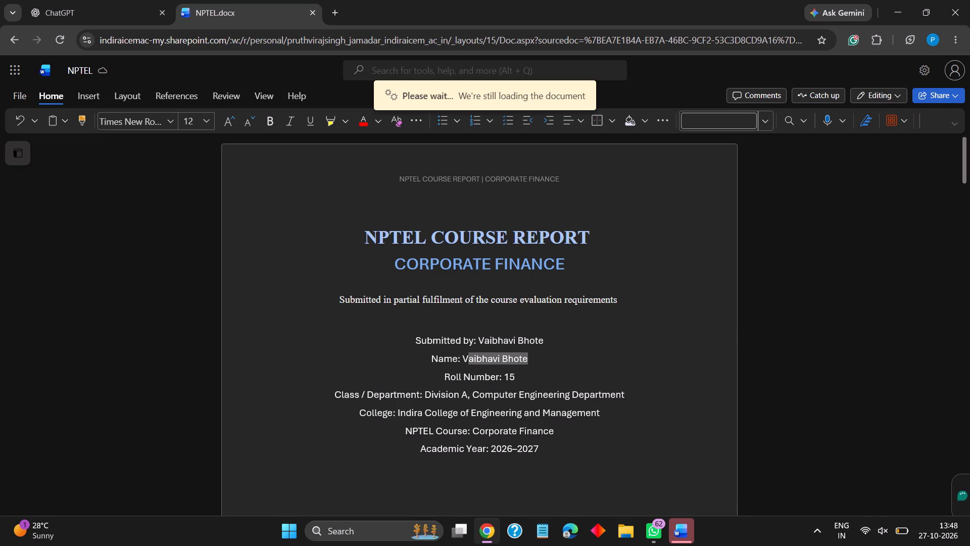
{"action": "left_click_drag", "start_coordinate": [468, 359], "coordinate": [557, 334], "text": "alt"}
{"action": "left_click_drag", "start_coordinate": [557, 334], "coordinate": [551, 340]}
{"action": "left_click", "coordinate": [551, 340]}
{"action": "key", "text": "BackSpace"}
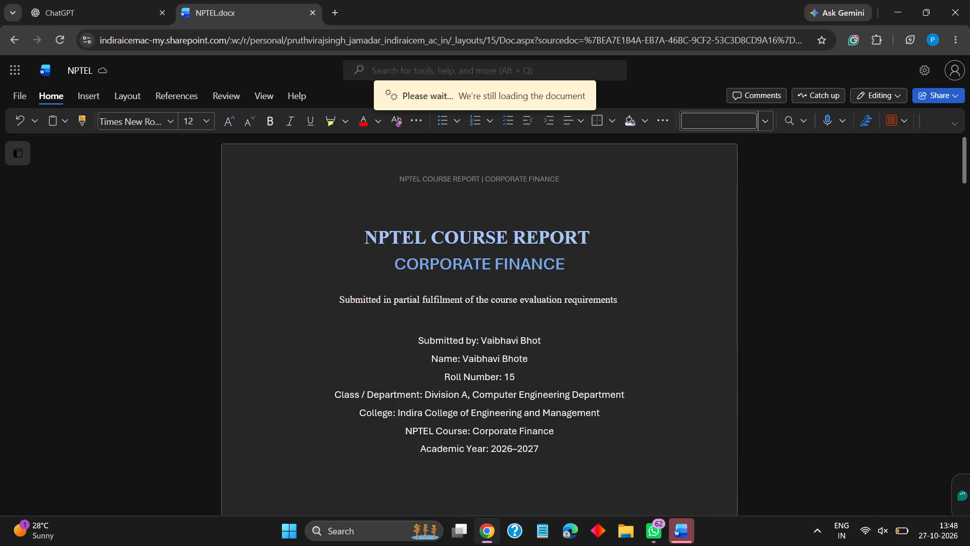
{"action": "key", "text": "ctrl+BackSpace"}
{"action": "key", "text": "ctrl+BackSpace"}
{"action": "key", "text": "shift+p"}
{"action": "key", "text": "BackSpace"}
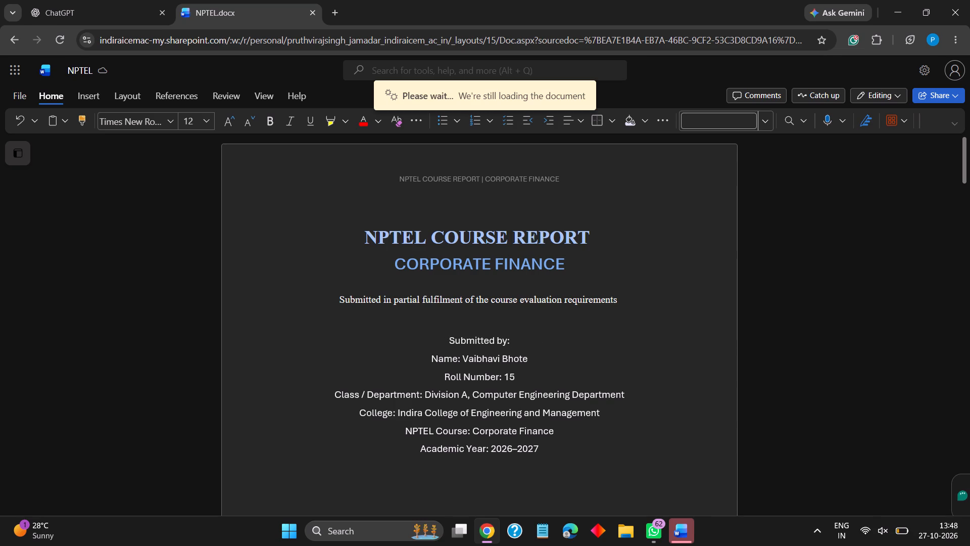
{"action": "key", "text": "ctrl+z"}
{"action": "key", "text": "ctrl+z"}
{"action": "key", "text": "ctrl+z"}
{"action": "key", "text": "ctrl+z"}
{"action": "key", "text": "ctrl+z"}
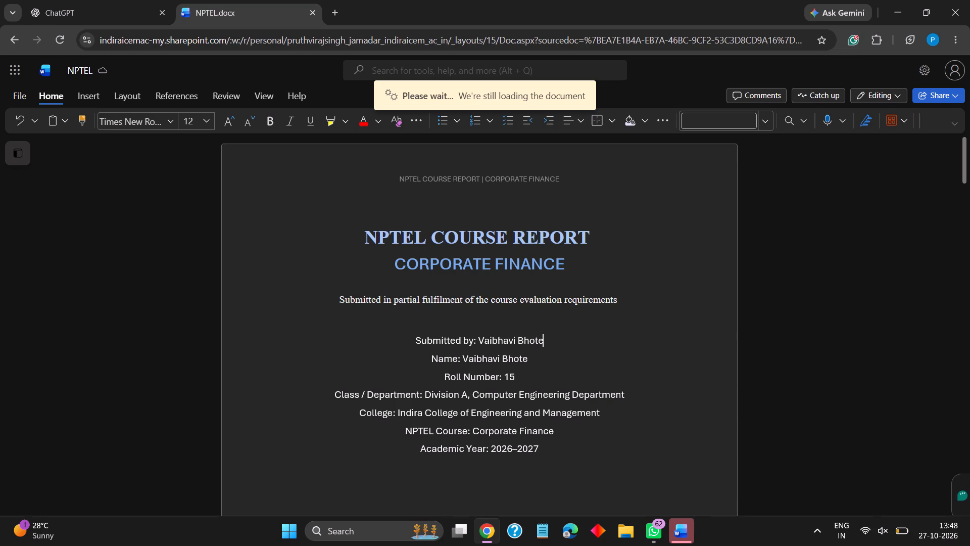
Replace the name on the cover page's "Submitted by" line with the account holder's full name, including the middle initial S.
{"action": "key", "text": "ctrl+BackSpace"}
{"action": "key", "text": "ctrl+BackSpace"}
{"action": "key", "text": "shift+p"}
{"action": "key", "text": "BackSpace"}
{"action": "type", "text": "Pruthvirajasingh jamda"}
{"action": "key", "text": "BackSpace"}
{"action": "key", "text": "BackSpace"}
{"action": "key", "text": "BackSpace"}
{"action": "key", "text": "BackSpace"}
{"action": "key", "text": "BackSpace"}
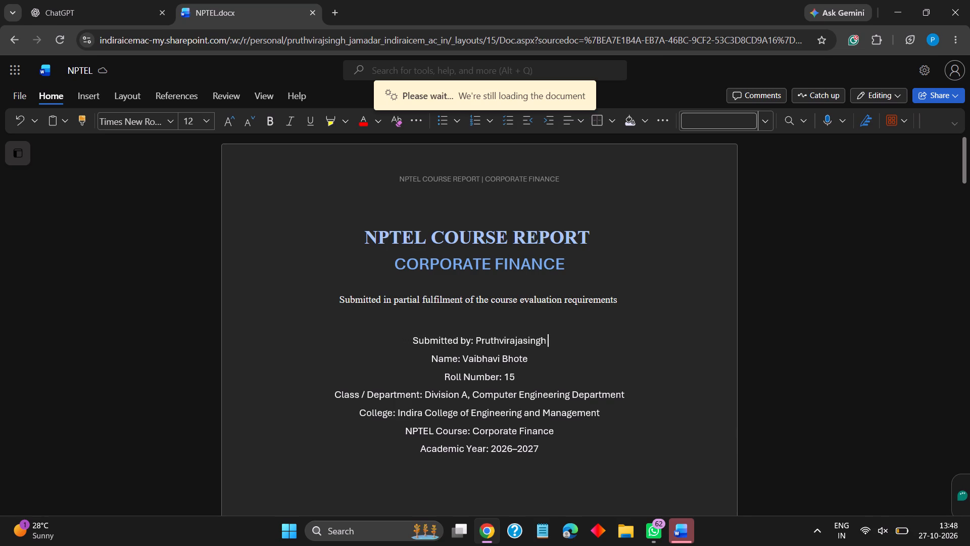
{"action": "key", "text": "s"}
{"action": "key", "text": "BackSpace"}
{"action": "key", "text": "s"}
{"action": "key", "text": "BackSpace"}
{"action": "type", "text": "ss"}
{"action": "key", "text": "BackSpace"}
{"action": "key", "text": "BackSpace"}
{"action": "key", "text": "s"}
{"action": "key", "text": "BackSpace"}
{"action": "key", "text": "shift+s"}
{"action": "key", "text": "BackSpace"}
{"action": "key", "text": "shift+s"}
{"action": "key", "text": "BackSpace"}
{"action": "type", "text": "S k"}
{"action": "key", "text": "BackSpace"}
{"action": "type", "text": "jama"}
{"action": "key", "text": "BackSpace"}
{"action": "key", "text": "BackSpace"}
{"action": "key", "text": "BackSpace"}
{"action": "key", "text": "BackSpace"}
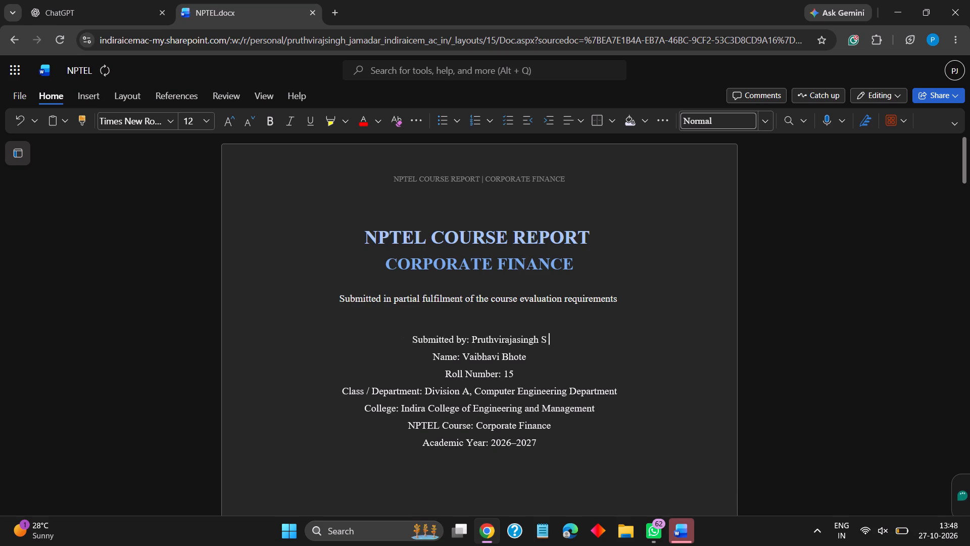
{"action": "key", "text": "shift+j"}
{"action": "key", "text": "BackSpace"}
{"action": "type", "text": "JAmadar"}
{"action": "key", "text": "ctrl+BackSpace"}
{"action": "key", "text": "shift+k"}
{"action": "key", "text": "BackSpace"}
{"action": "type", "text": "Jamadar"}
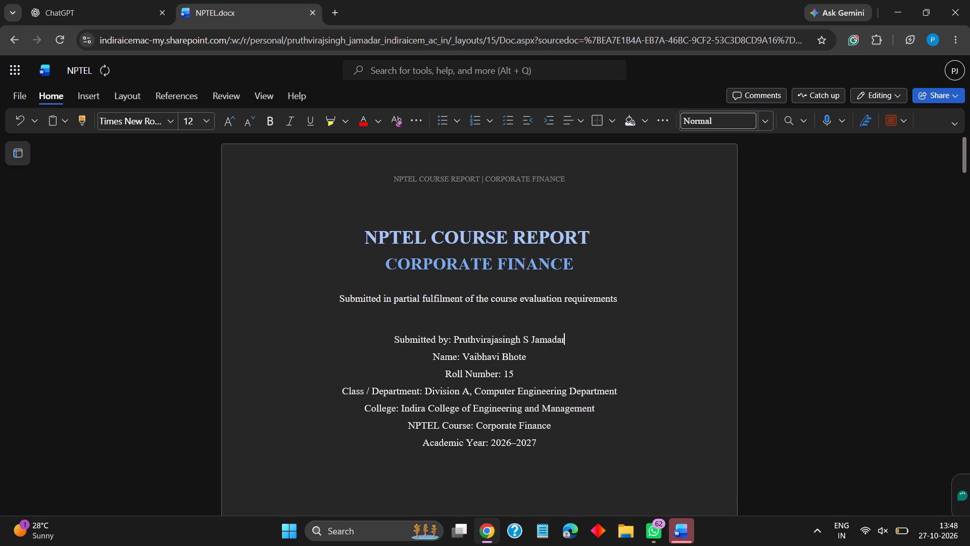
Copy the full name from the "Submitted by" line and paste it over the student name on the "Name" line.
{"action": "left_click_drag", "start_coordinate": [454, 339], "coordinate": [561, 341]}
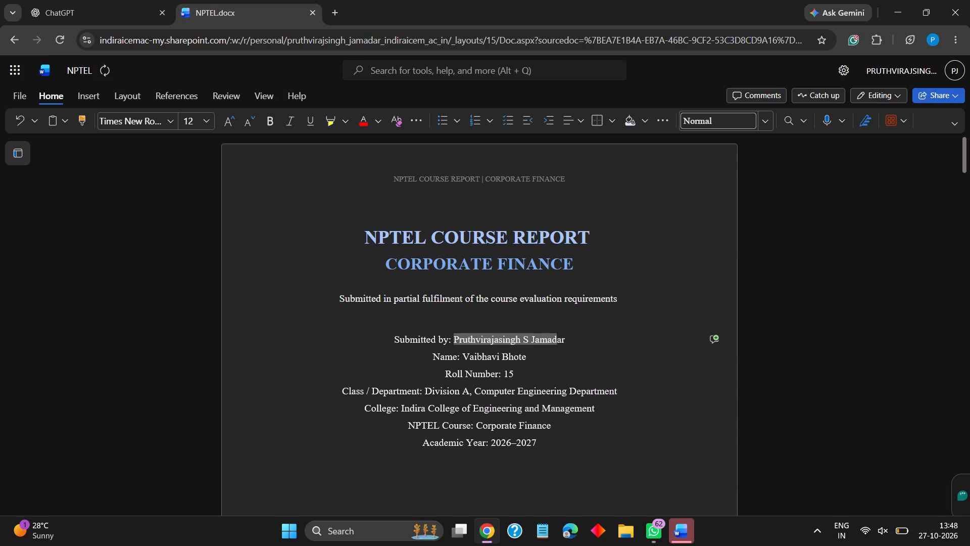
{"action": "left_click_drag", "start_coordinate": [561, 341], "coordinate": [573, 341]}
{"action": "key", "text": "ctrl+c"}
{"action": "left_click_drag", "start_coordinate": [461, 356], "coordinate": [547, 365]}
{"action": "key", "text": "BackSpace"}
{"action": "key", "text": "ctrl+v"}
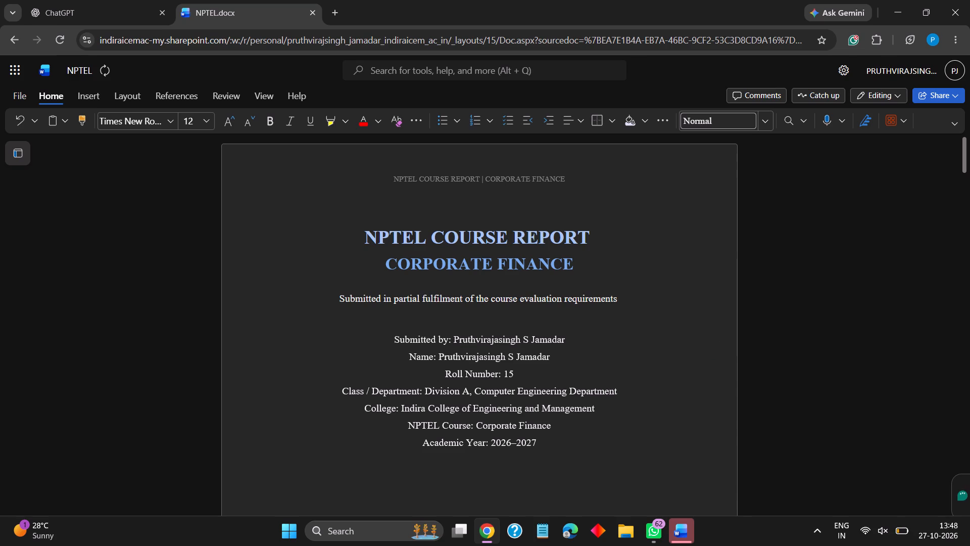
Change the roll number on the report's cover page to 61.
{"action": "left_click_drag", "start_coordinate": [502, 377], "coordinate": [514, 376]}
{"action": "key", "text": "BackSpace"}
{"action": "key", "text": "6"}
{"action": "key", "text": "BackSpace"}
{"action": "type", "text": "61"}
Export the NPTEL course report as a PDF without comments and download the file.
{"action": "scroll", "coordinate": [514, 376], "scroll_direction": "down", "scroll_amount": 5}
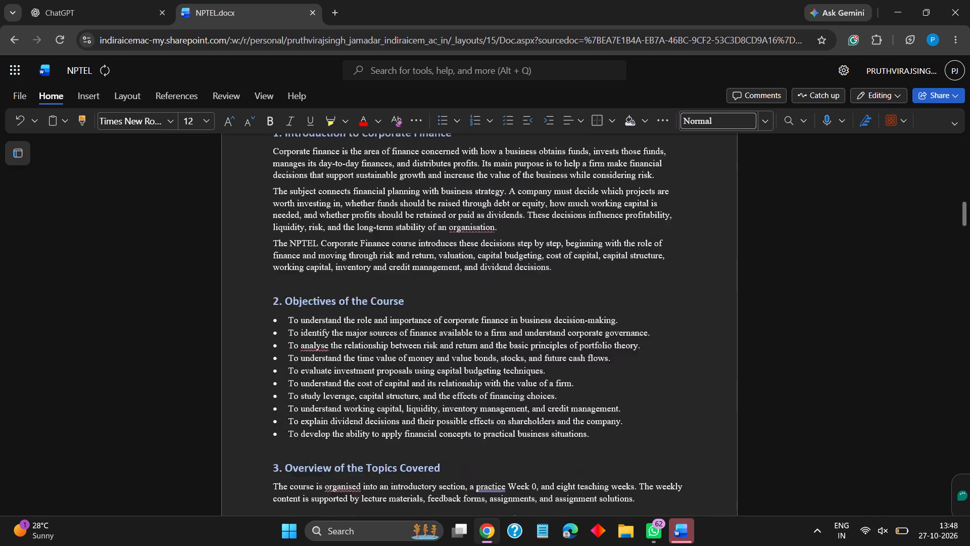
{"action": "scroll", "coordinate": [514, 376], "scroll_direction": "down", "scroll_amount": 9}
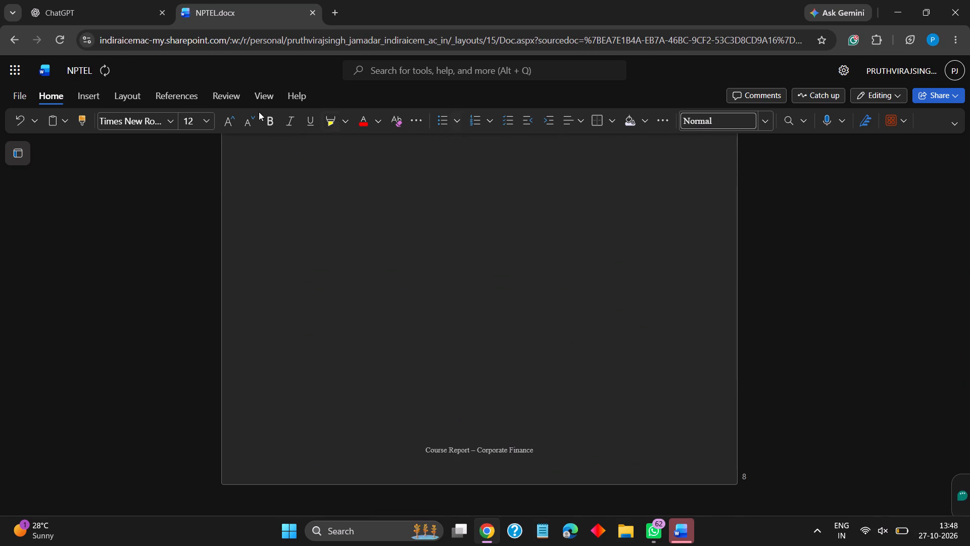
{"action": "left_click", "coordinate": [14, 95]}
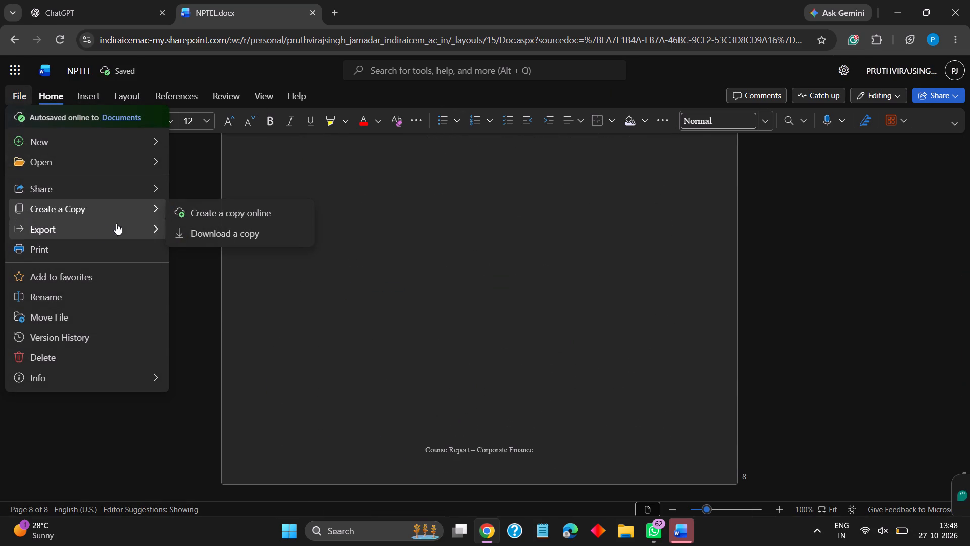
{"action": "left_click", "coordinate": [183, 225]}
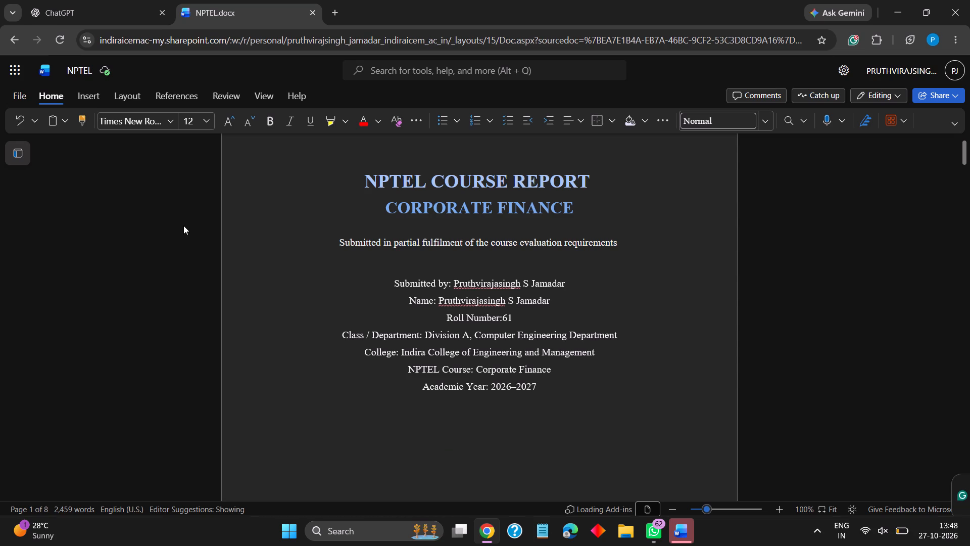
{"action": "left_click", "coordinate": [14, 101]}
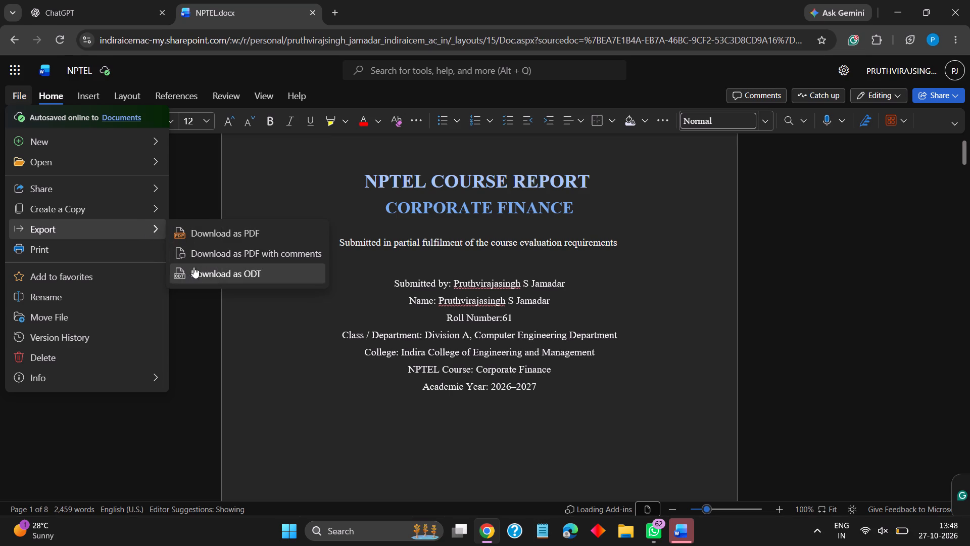
{"action": "key", "text": "w"}
{"action": "left_click", "coordinate": [186, 225]}
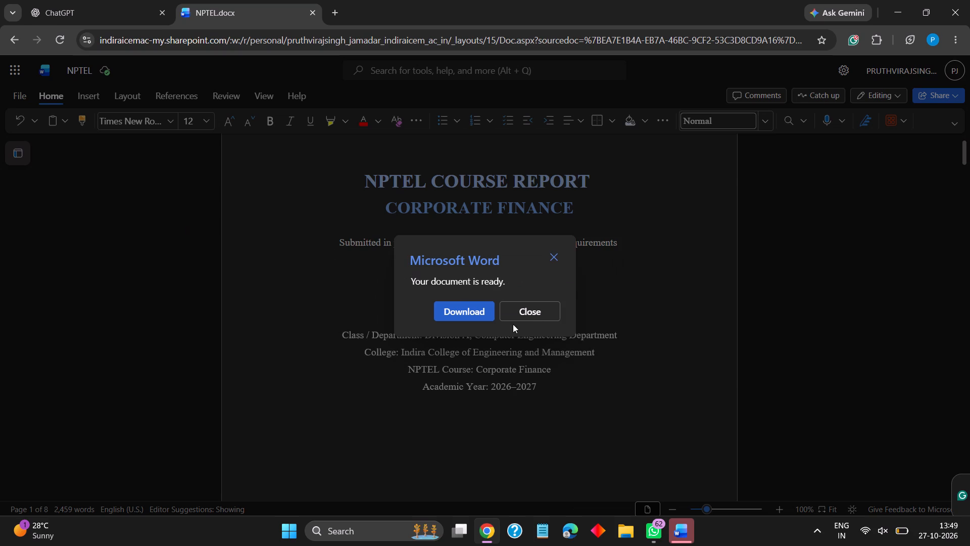
{"action": "left_click", "coordinate": [449, 307]}
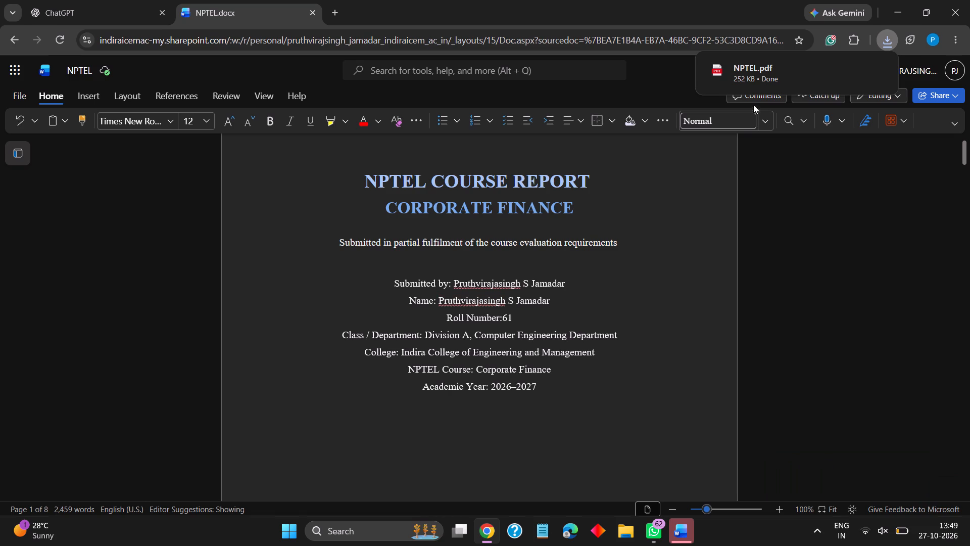
Open the downloaded NPTEL.pdf file to view the exported report.
{"action": "double_click", "coordinate": [798, 75]}
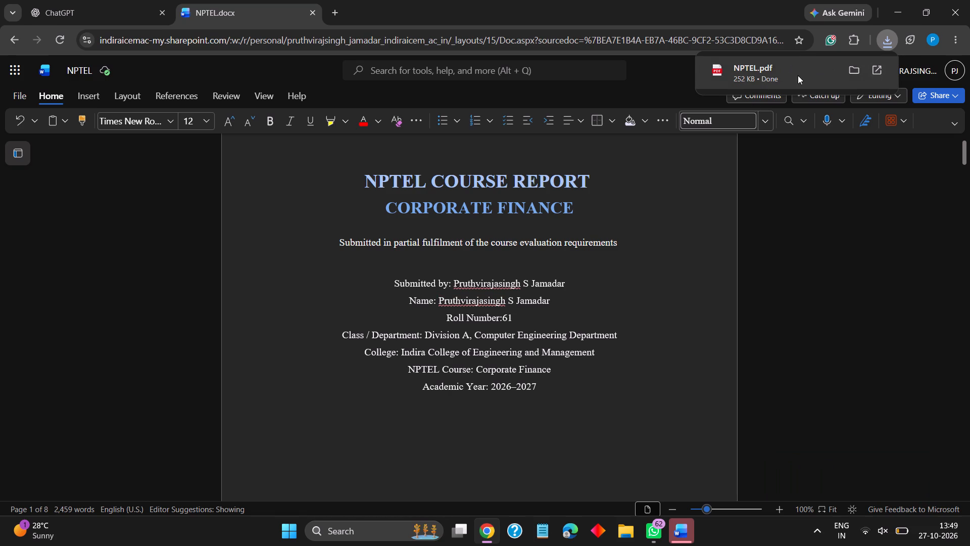
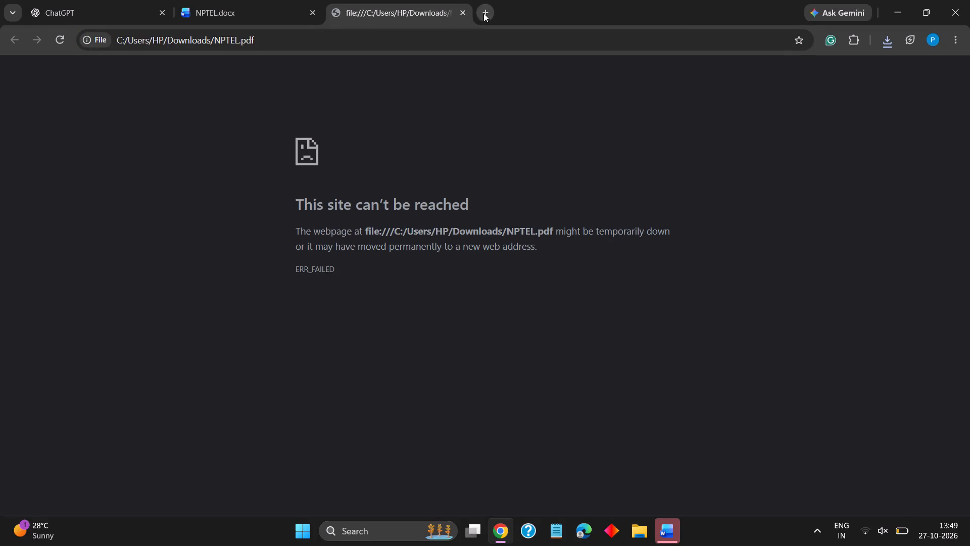
Search Google for "mail" in a new browser tab.
{"action": "left_click", "coordinate": [483, 13]}
{"action": "left_click", "coordinate": [411, 234]}
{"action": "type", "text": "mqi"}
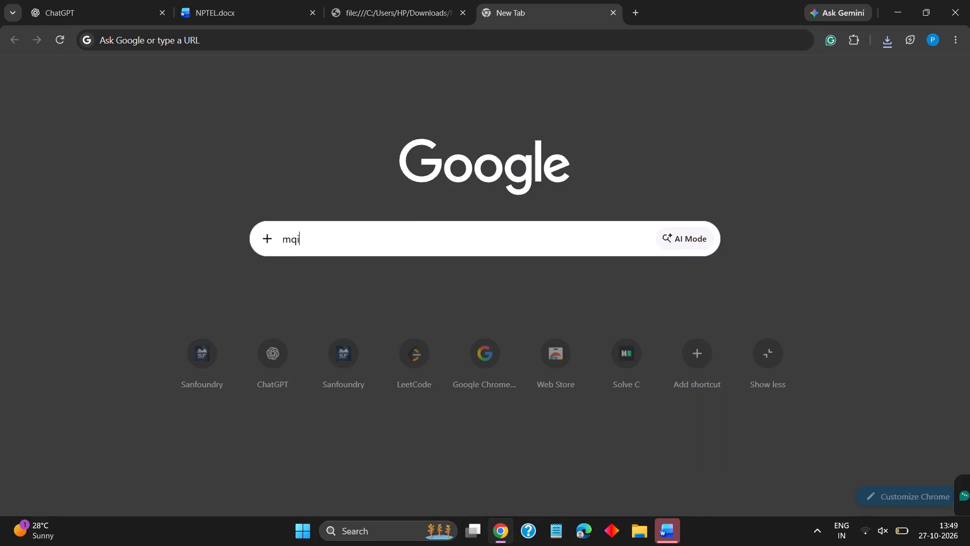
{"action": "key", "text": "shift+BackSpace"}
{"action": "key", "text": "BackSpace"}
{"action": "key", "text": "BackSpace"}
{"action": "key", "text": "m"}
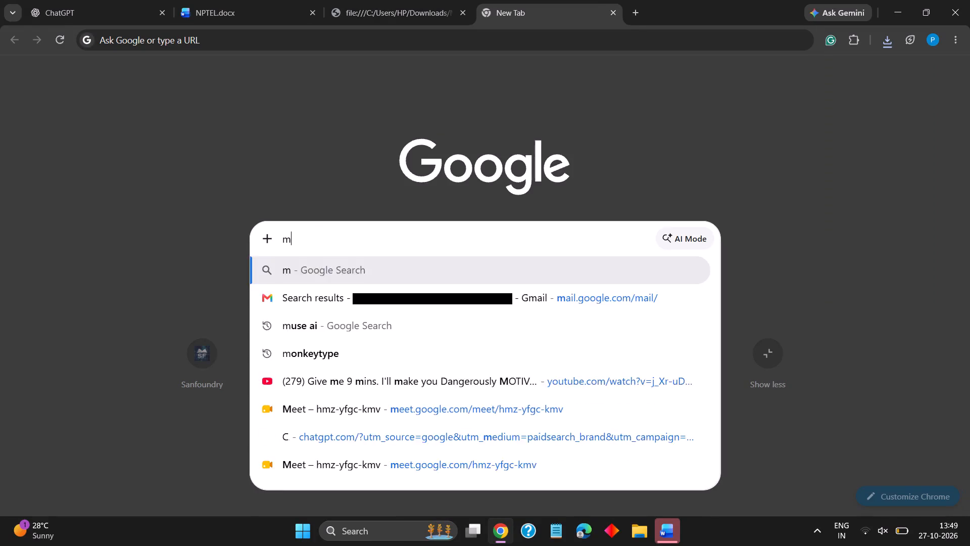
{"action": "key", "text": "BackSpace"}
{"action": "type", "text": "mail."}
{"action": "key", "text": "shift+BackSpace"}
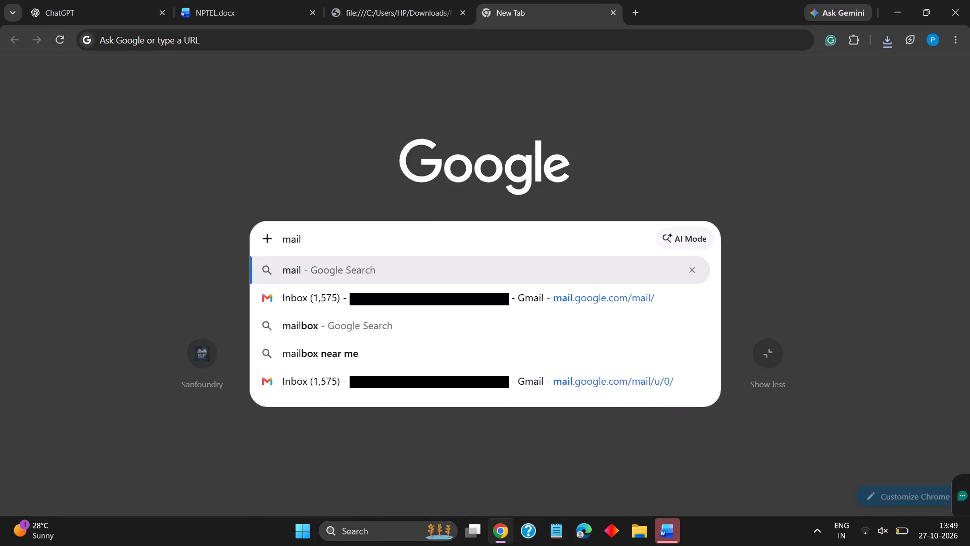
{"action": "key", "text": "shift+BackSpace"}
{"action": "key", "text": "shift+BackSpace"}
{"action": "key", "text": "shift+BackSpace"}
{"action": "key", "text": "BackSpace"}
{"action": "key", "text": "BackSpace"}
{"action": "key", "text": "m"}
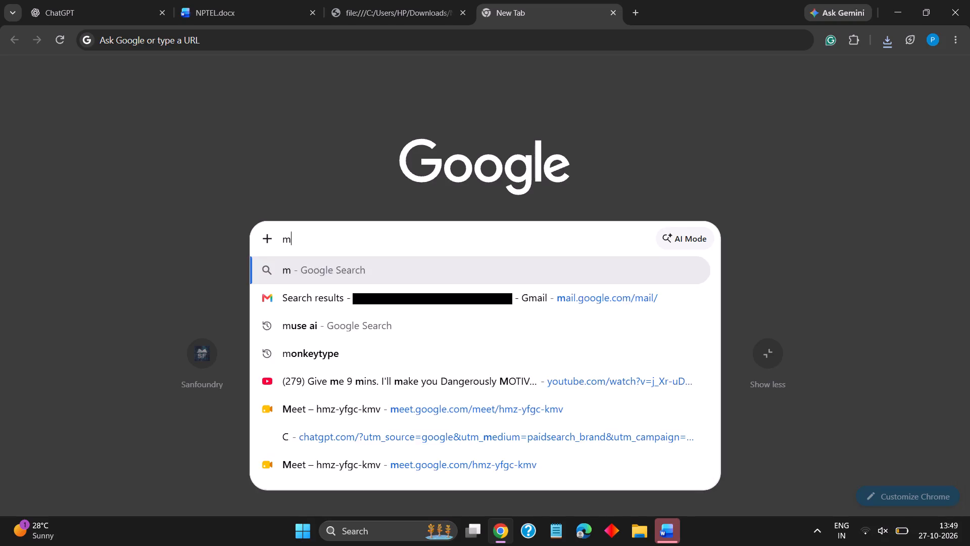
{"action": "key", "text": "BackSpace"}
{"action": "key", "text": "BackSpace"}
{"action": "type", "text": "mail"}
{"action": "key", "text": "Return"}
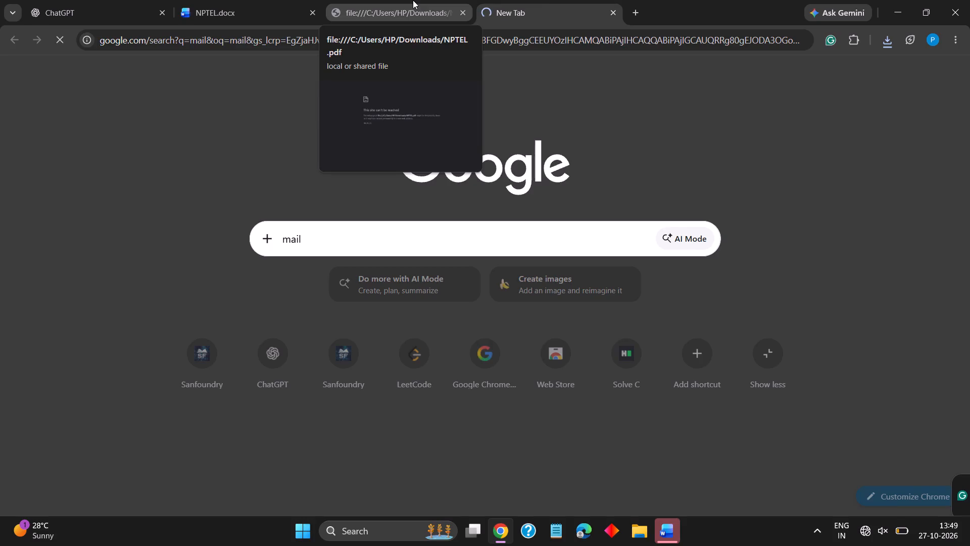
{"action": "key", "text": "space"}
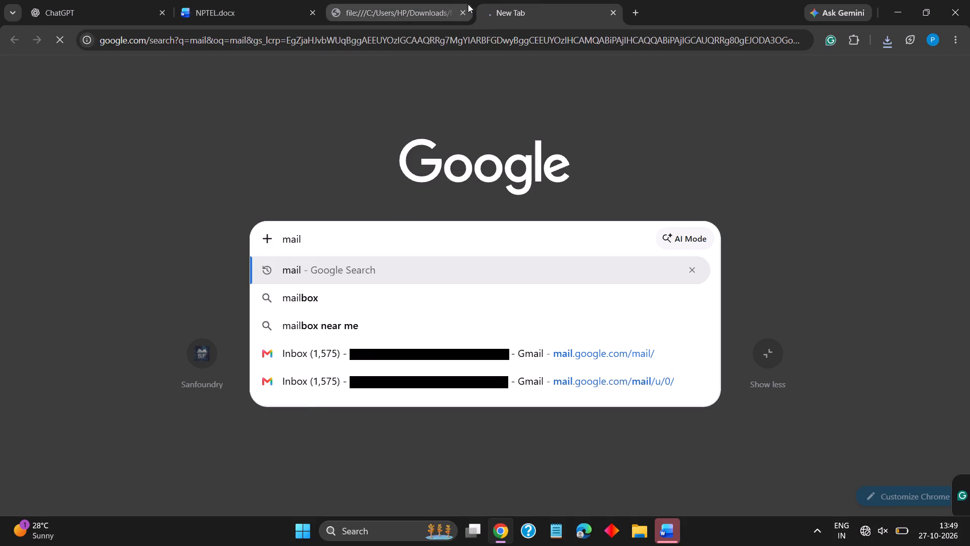
Close the NPTEL.pdf browser tab and resubmit the "mail" search.
{"action": "left_click", "coordinate": [461, 12]}
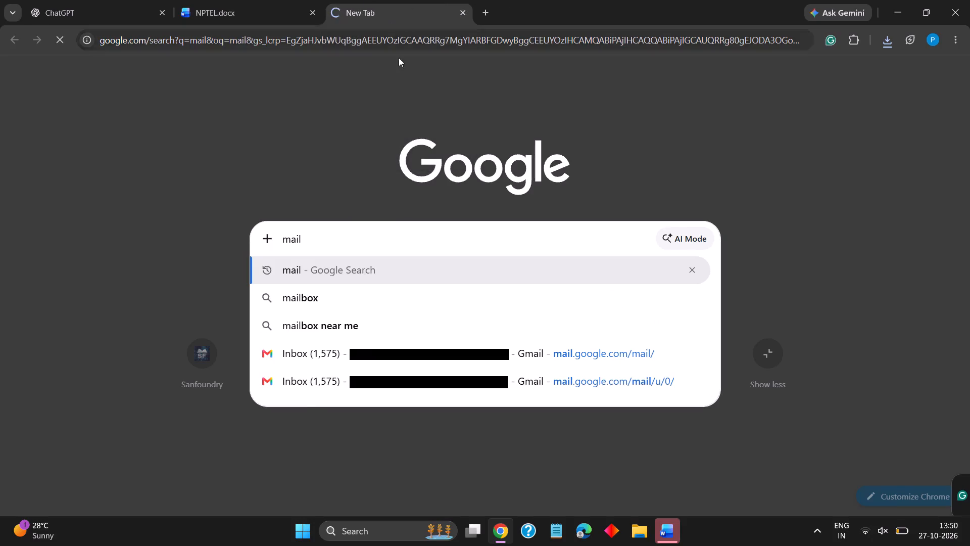
{"action": "key", "text": "Return"}
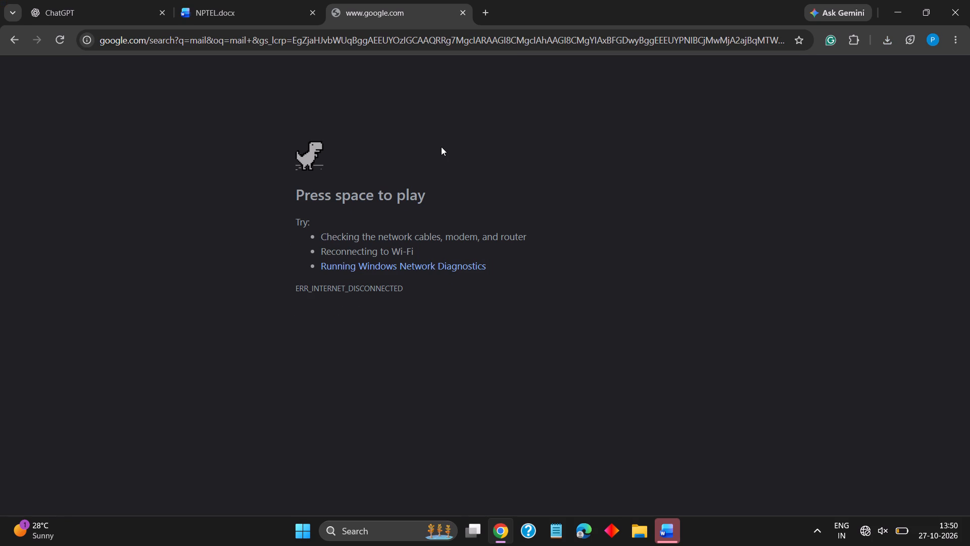
Connect the computer to the "blue" Wi-Fi network without enabling automatic connection.
{"action": "left_click", "coordinate": [877, 531]}
{"action": "left_click", "coordinate": [799, 302]}
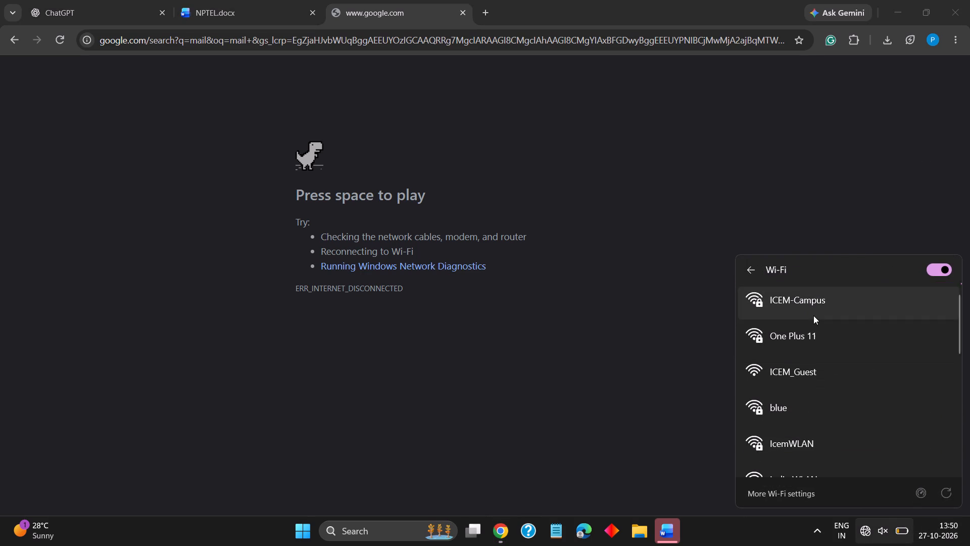
{"action": "scroll", "coordinate": [813, 315], "scroll_direction": "down", "scroll_amount": 1}
{"action": "left_click", "coordinate": [802, 391]}
{"action": "left_click", "coordinate": [868, 438]}
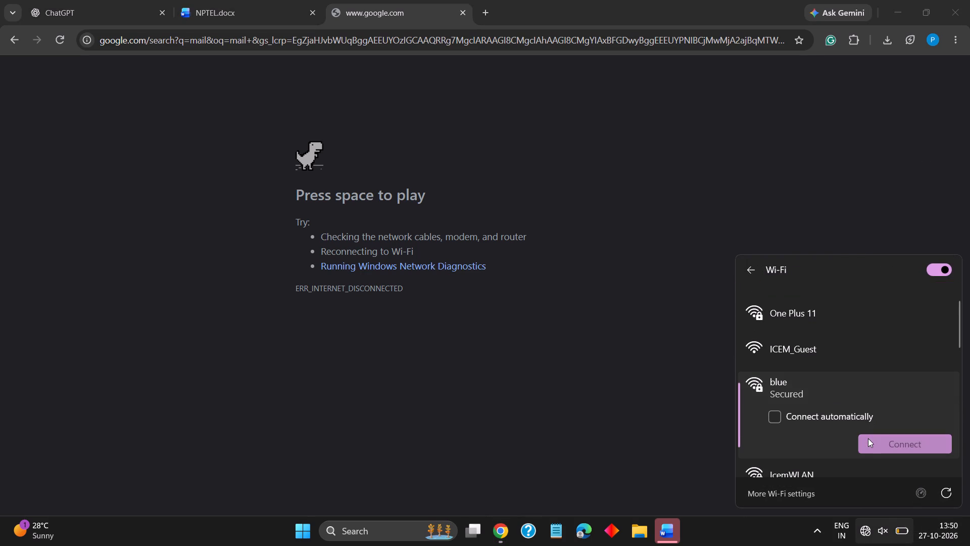
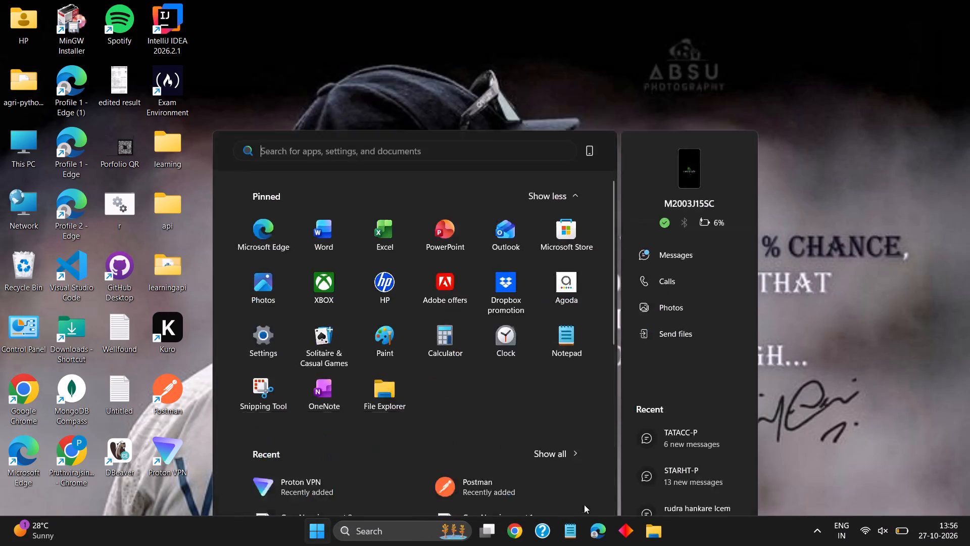
Open the computer's power options.
{"action": "left_click", "coordinate": [565, 479]}
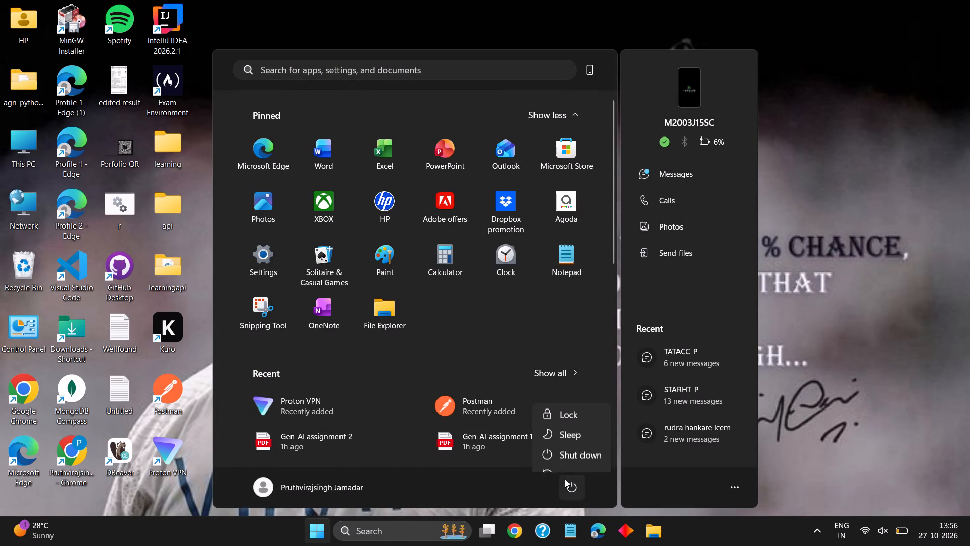